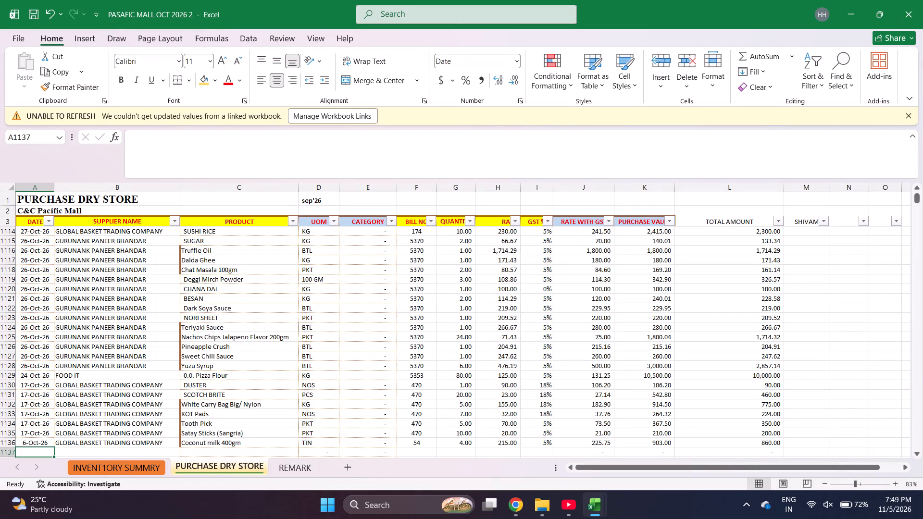
Filter the SUPPLIER NAME column to show only BIG BASKET.
click(174, 221)
click(68, 358)
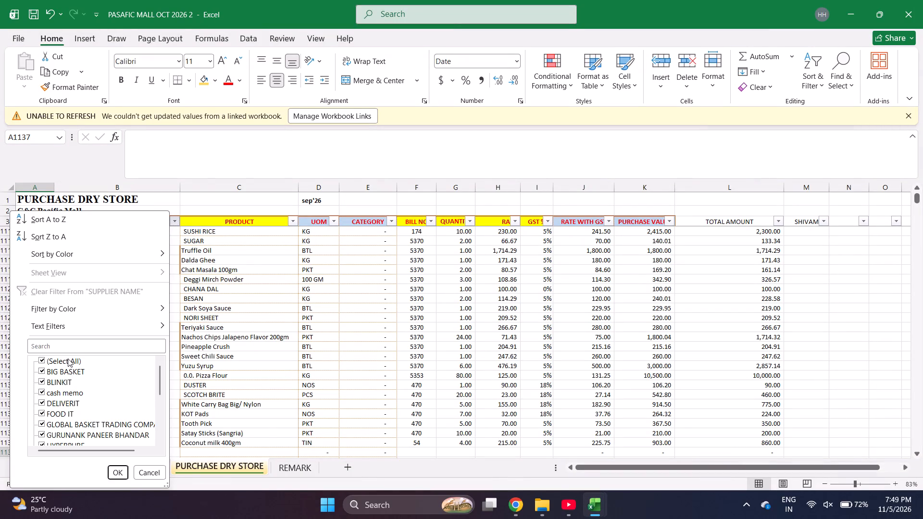
click(69, 369)
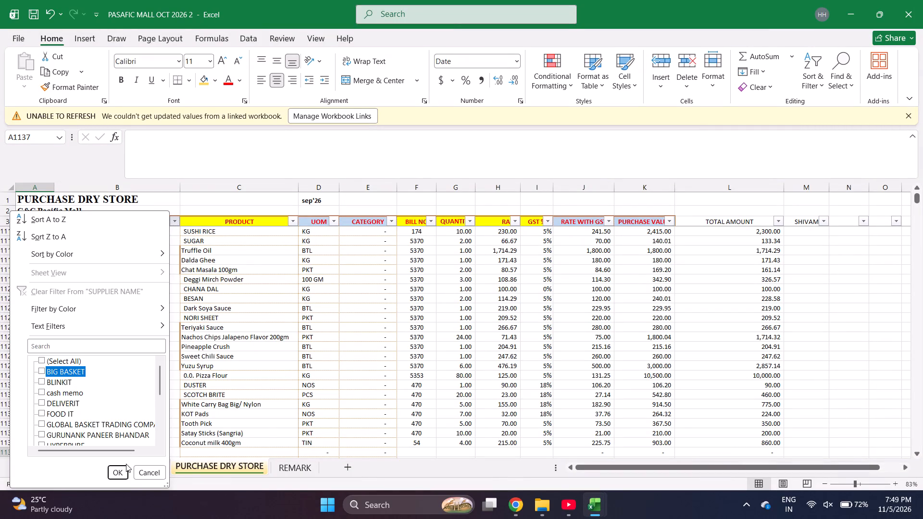
click(122, 470)
Select the purchase values of all BIG BASKET entries, from row 48 down to the last entry, to check their sum.
scroll(508, 316, up, 1)
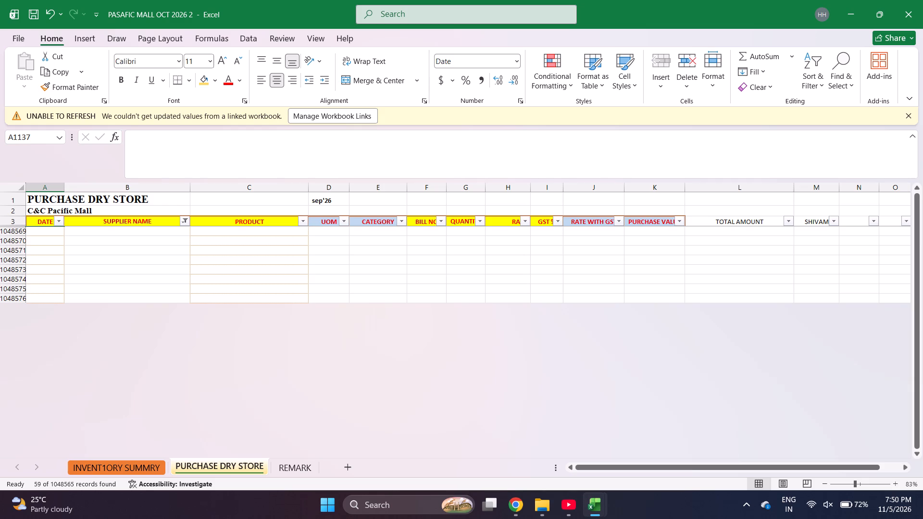
scroll(599, 254, up, 1)
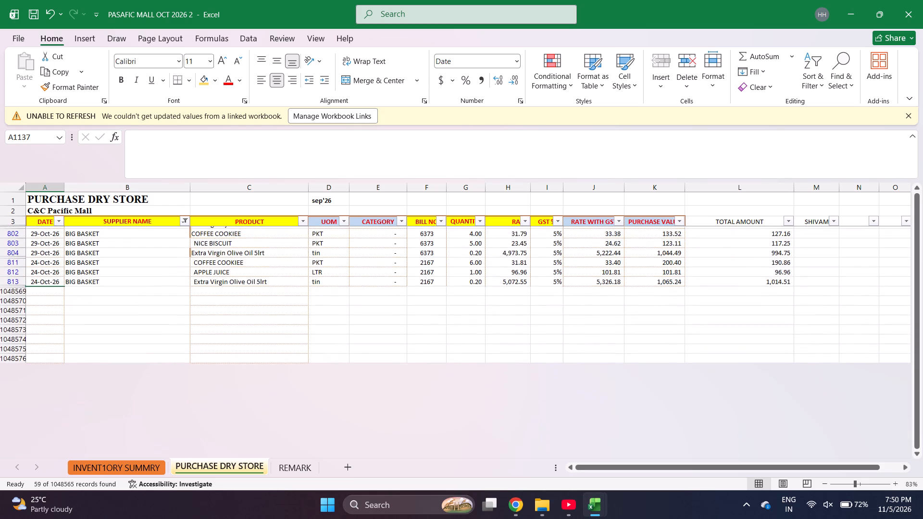
scroll(599, 254, up, 5)
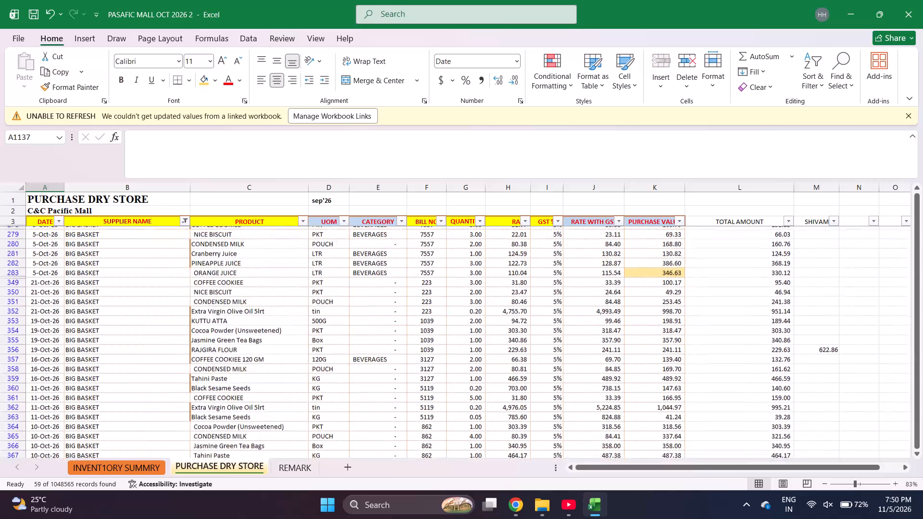
scroll(599, 254, up, 3)
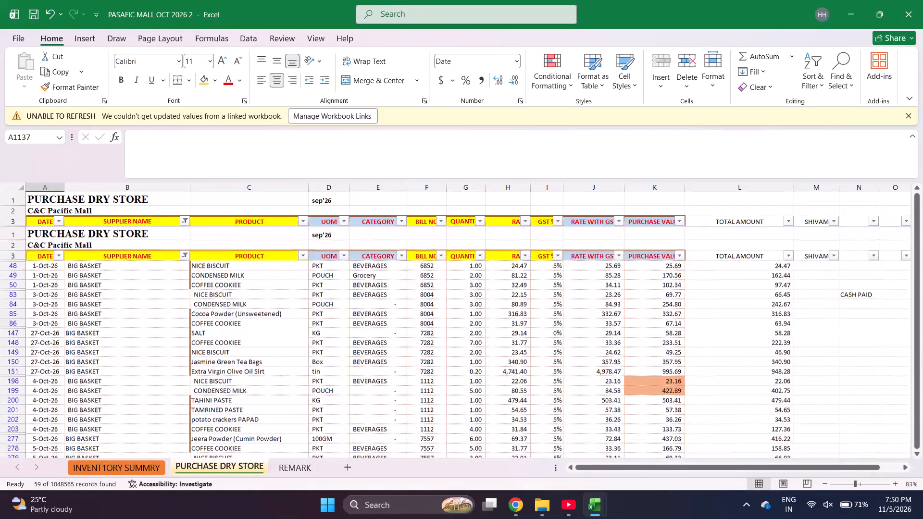
drag(659, 232, 657, 315)
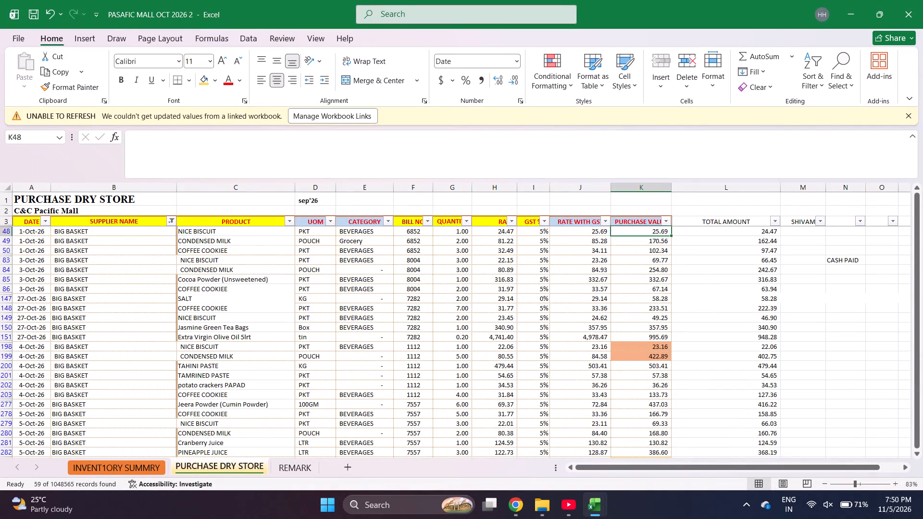
drag(657, 315, 659, 485)
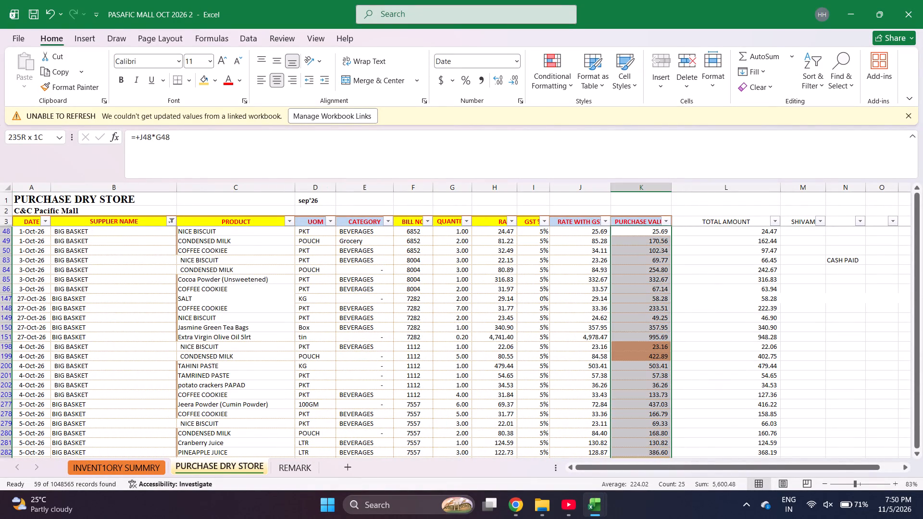
drag(659, 485, 659, 518)
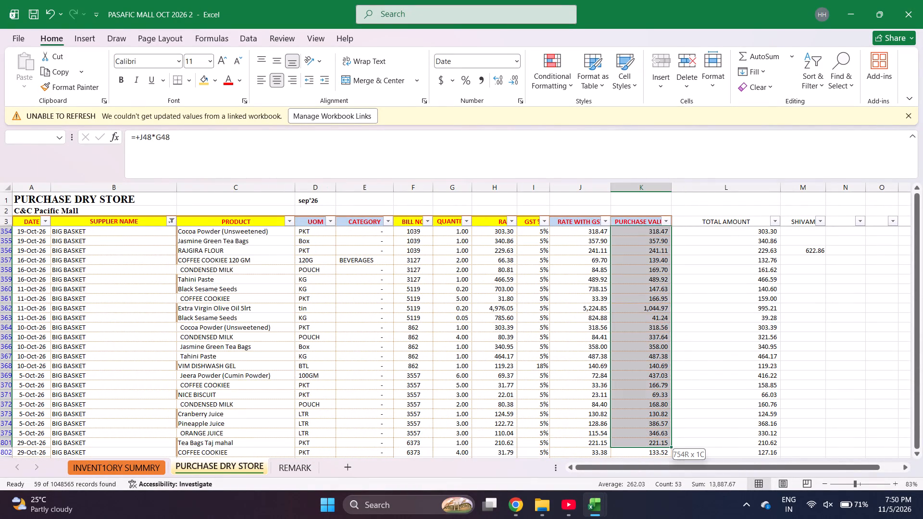
drag(659, 518, 658, 518)
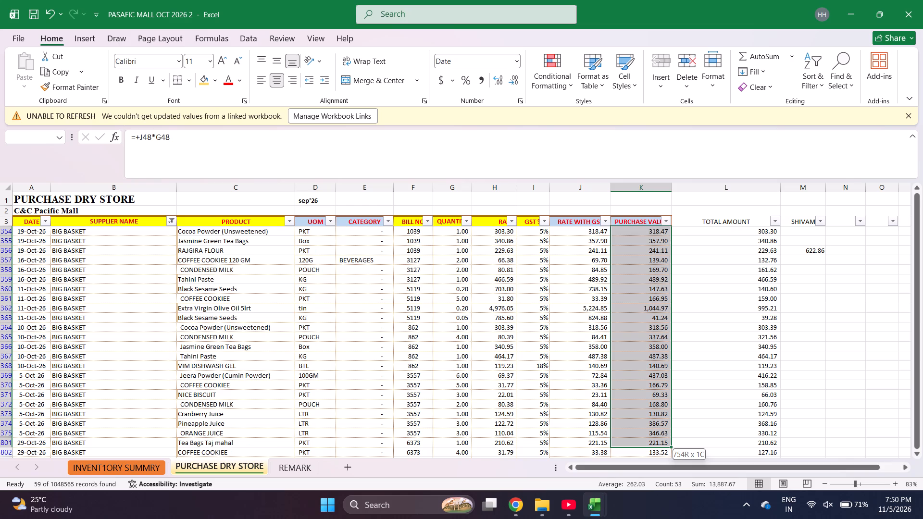
drag(658, 518, 646, 518)
drag(646, 518, 647, 518)
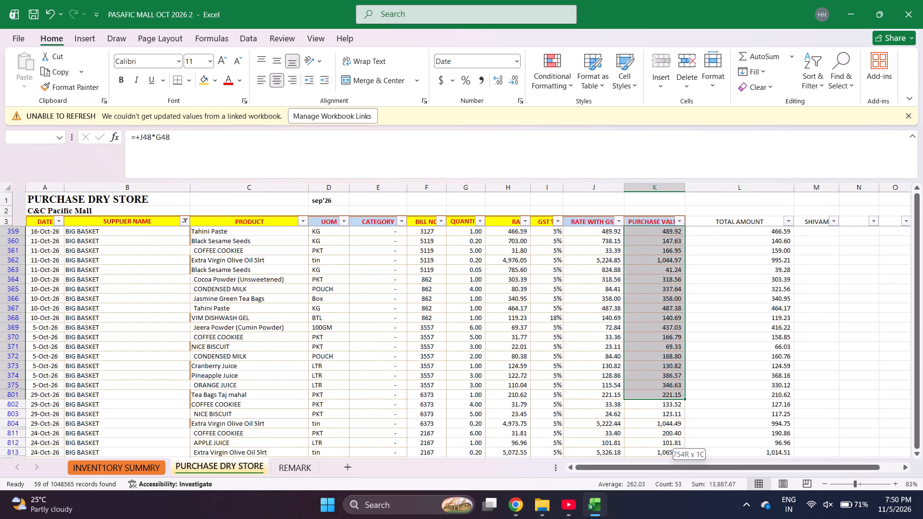
click(597, 486)
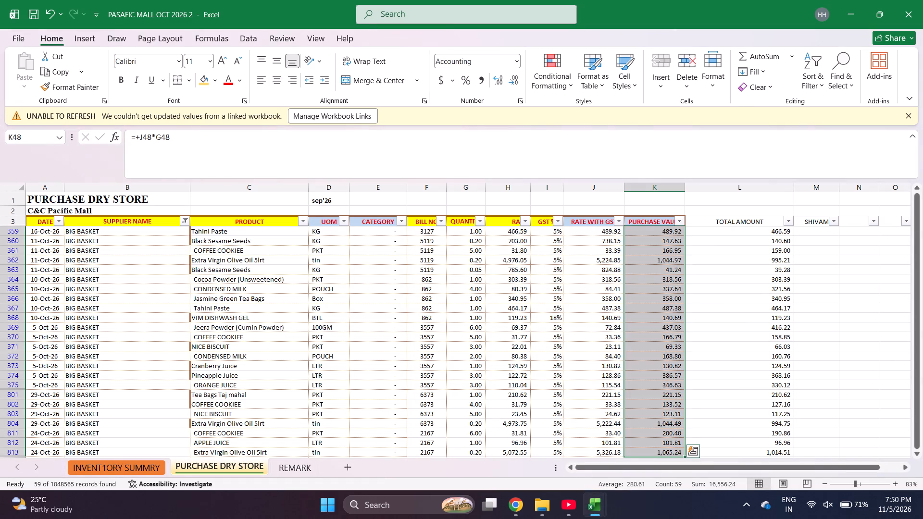
Filter the BILL NO column to show only bill 6373.
scroll(647, 332, up, 1)
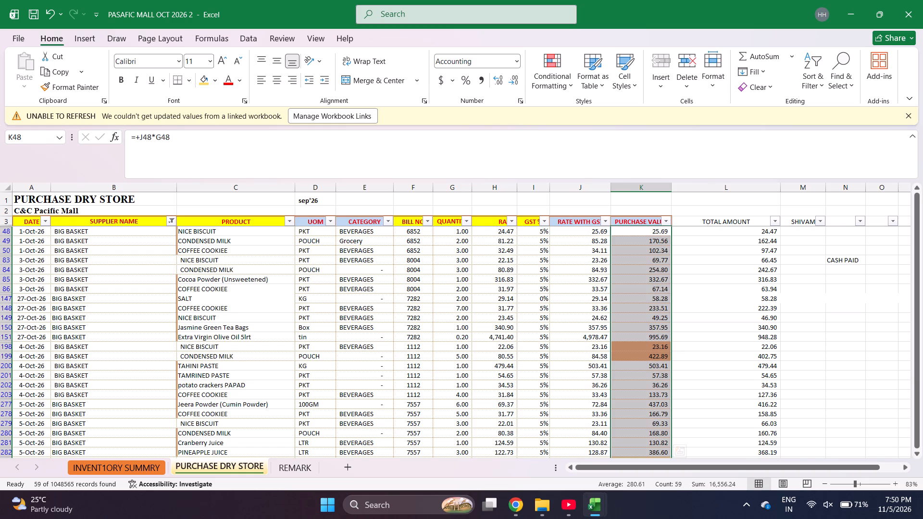
click(427, 220)
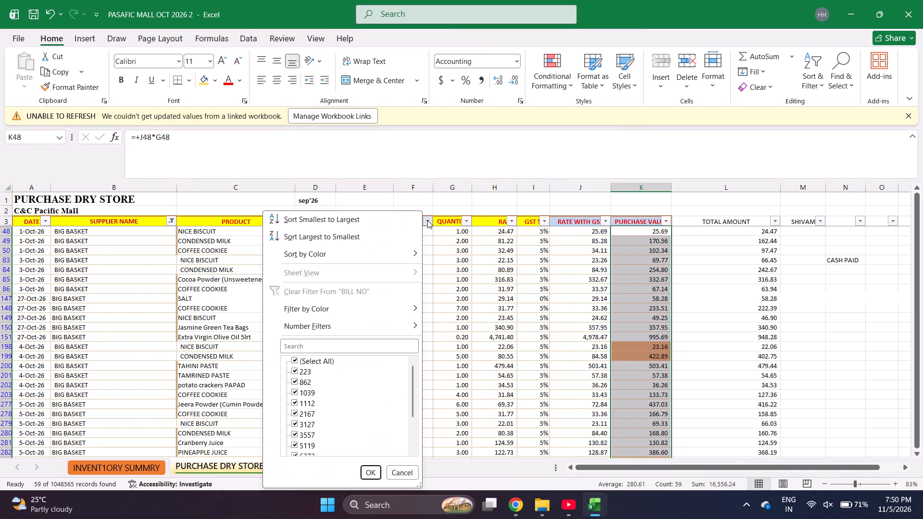
text(e6373)
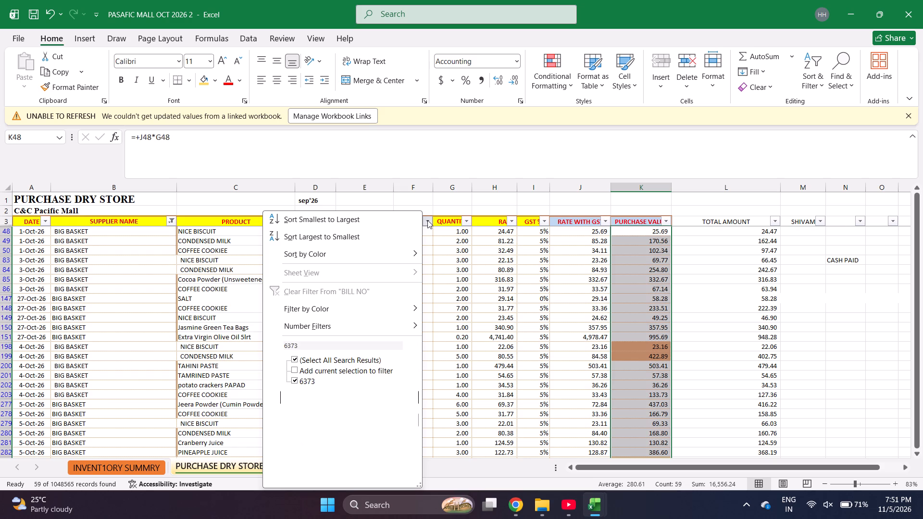
key(Return)
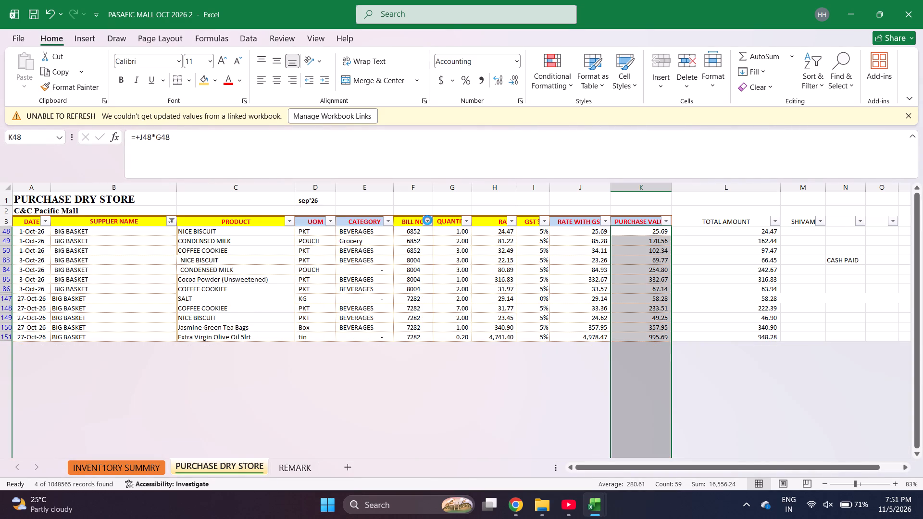
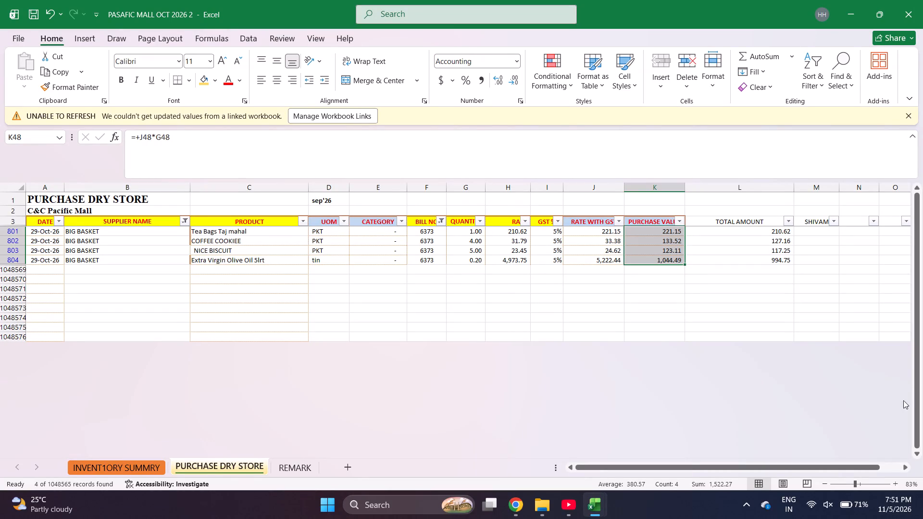
Filter the BILL NO column to show only bill 7282 and select its purchase values to check their sum.
click(441, 216)
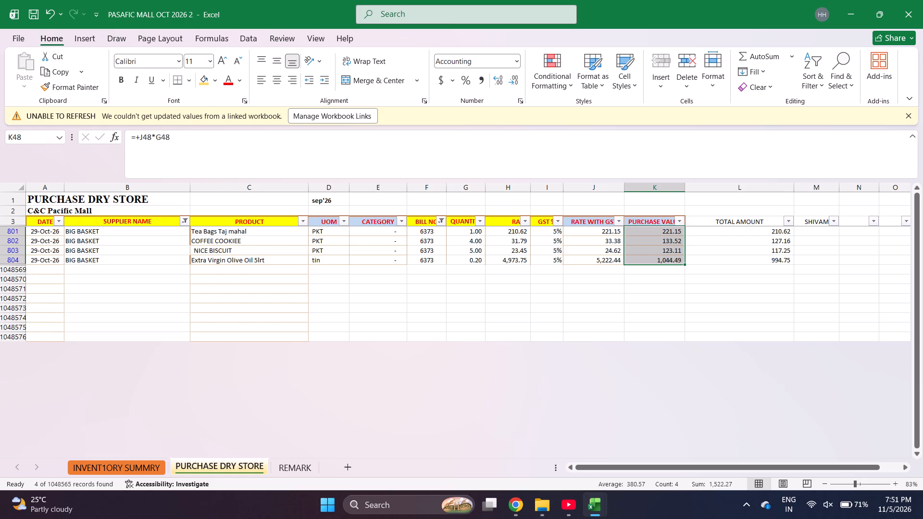
click(442, 224)
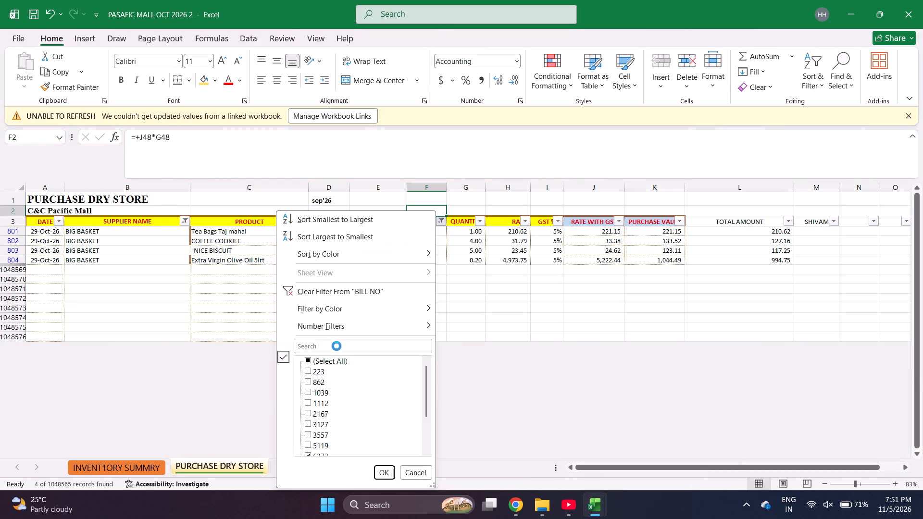
click(337, 346)
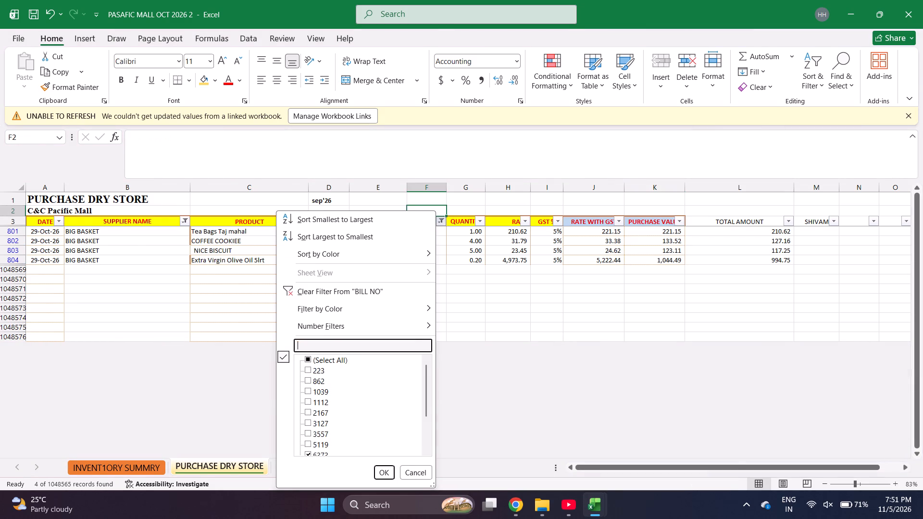
text(7282)
key(Return)
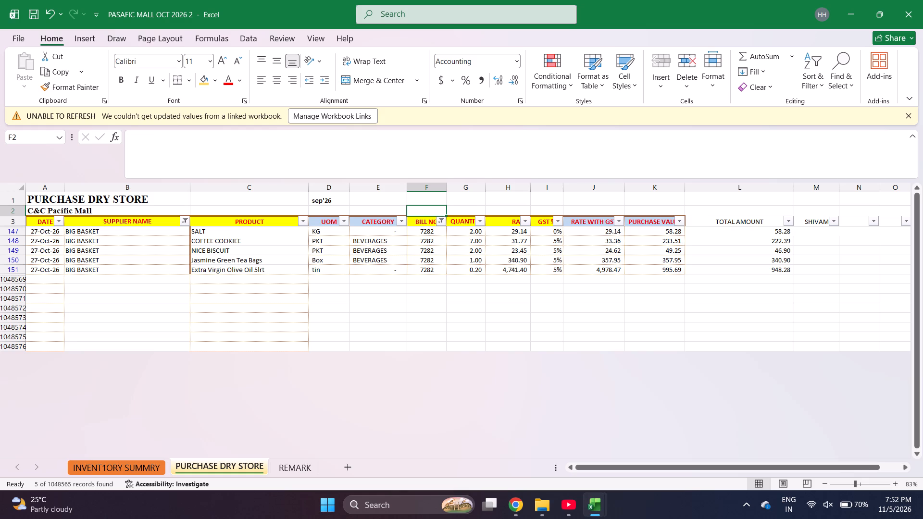
drag(659, 231, 657, 304)
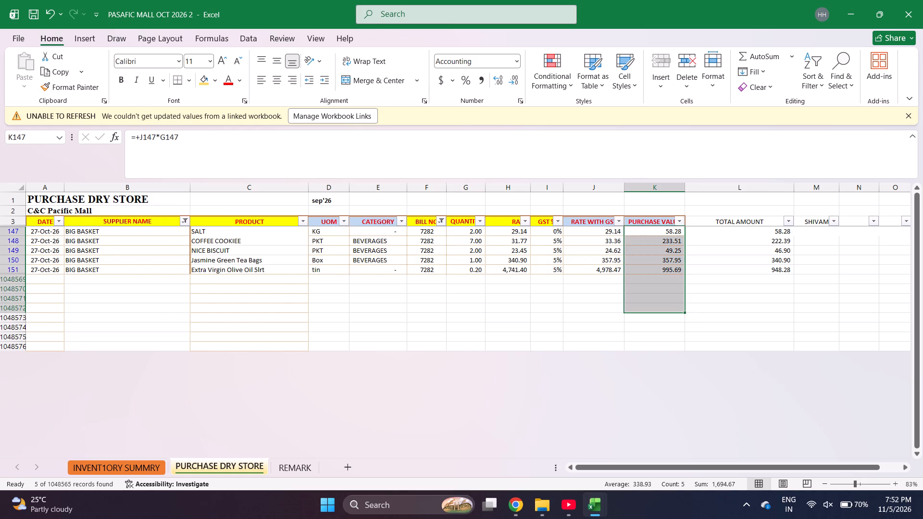
Filter the BILL NO column to show only bill 2167 to check its purchase values.
click(442, 220)
key(e)
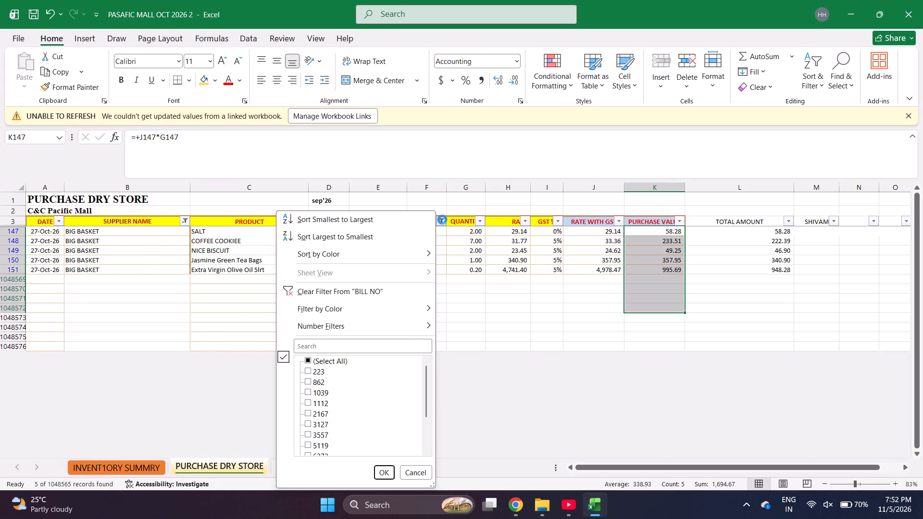
text(216)
key(7)
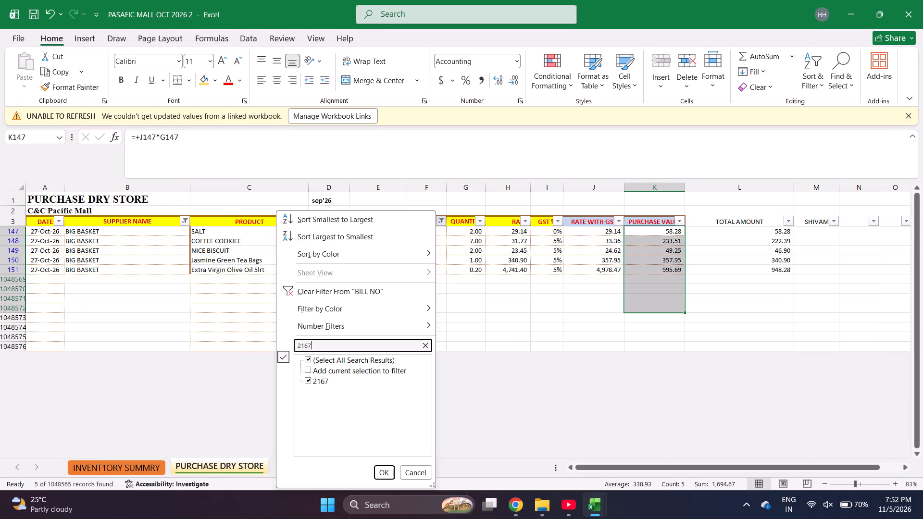
key(Return)
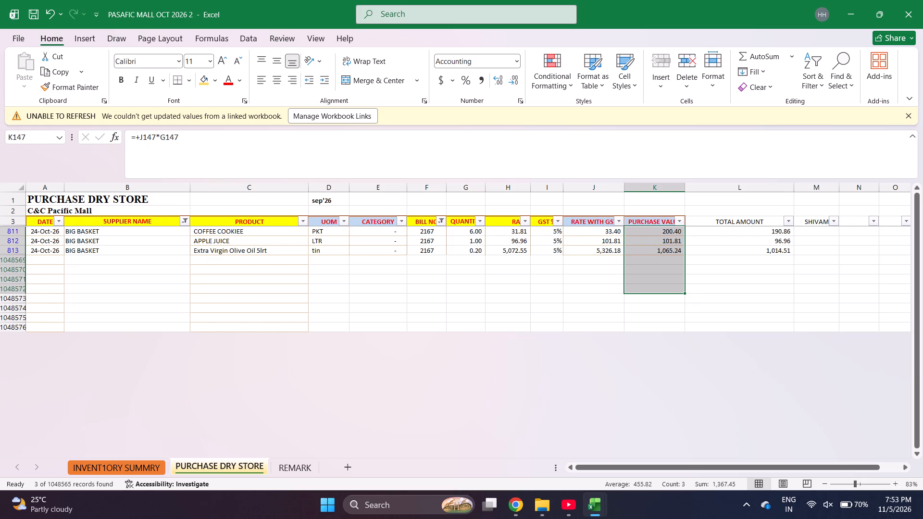
Filter the BILL NO column to show only bill 223 to check its purchase values.
click(441, 221)
key(e)
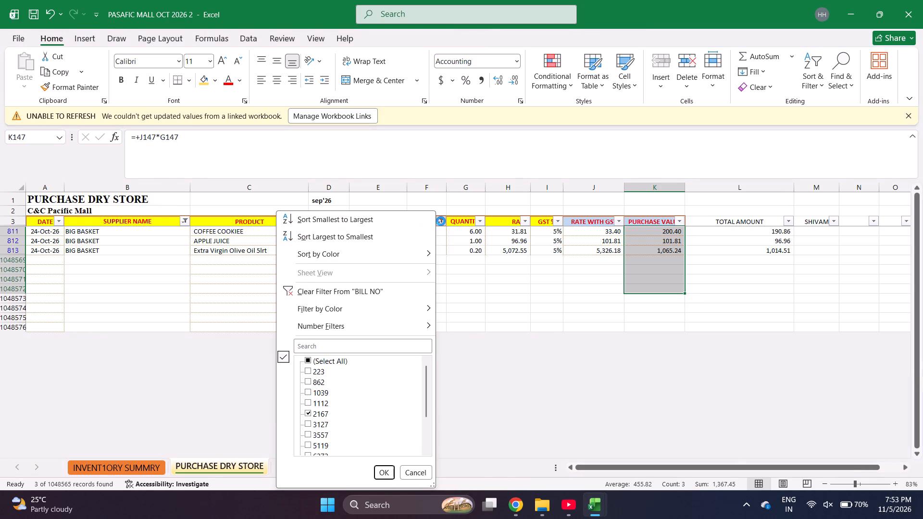
text(223)
key(Return)
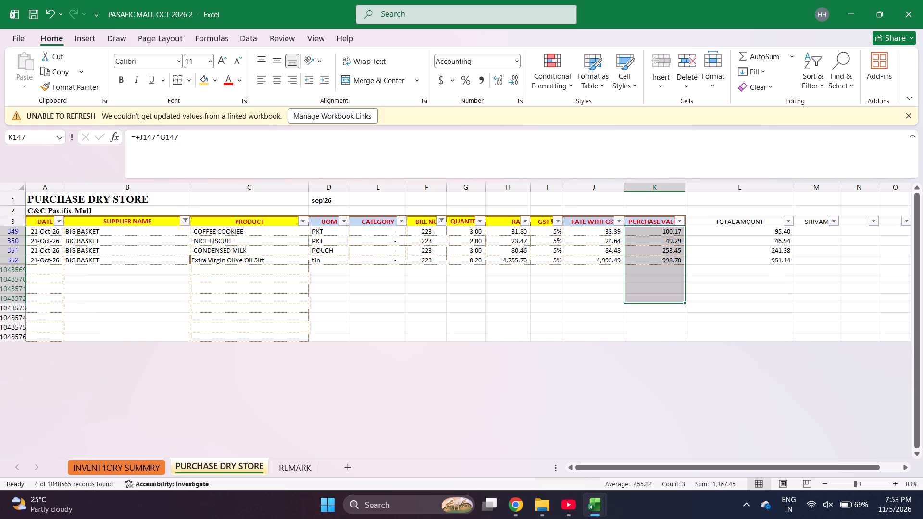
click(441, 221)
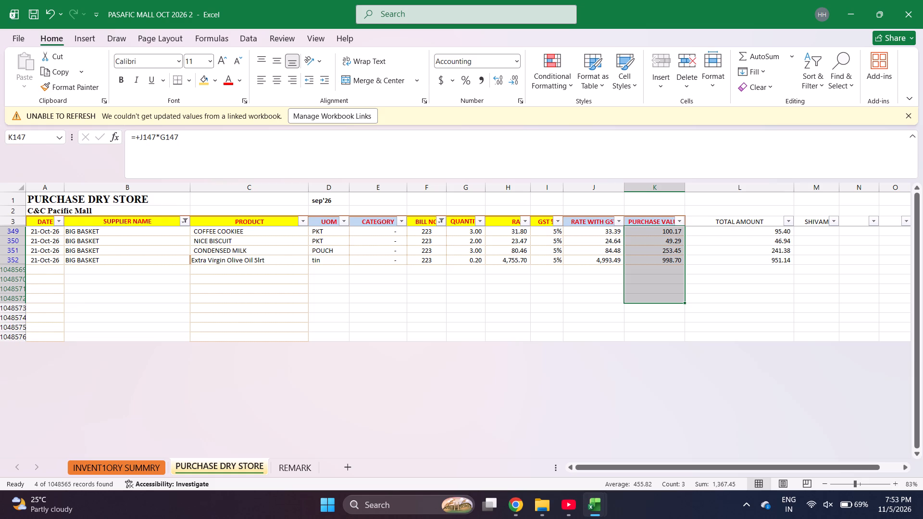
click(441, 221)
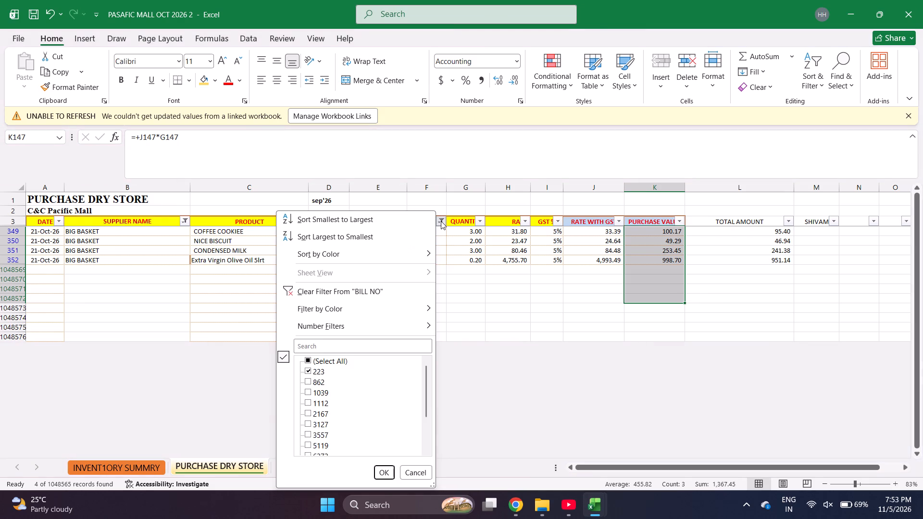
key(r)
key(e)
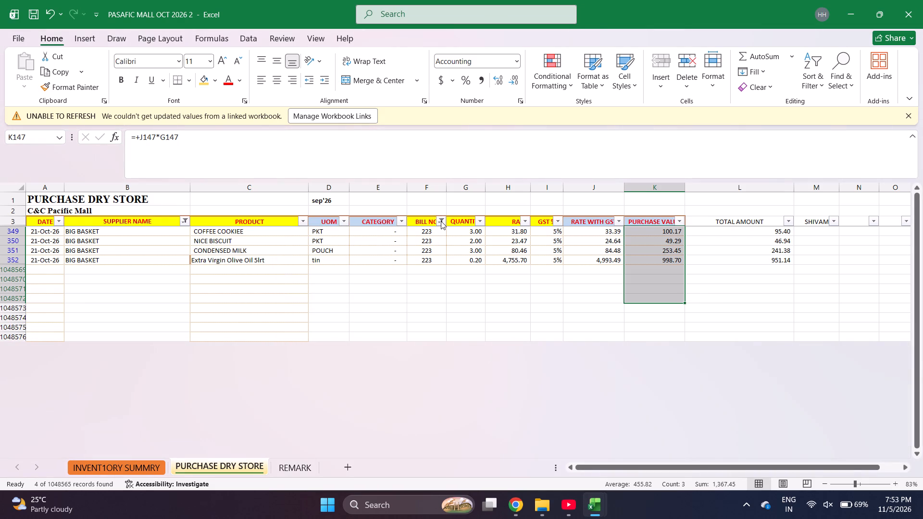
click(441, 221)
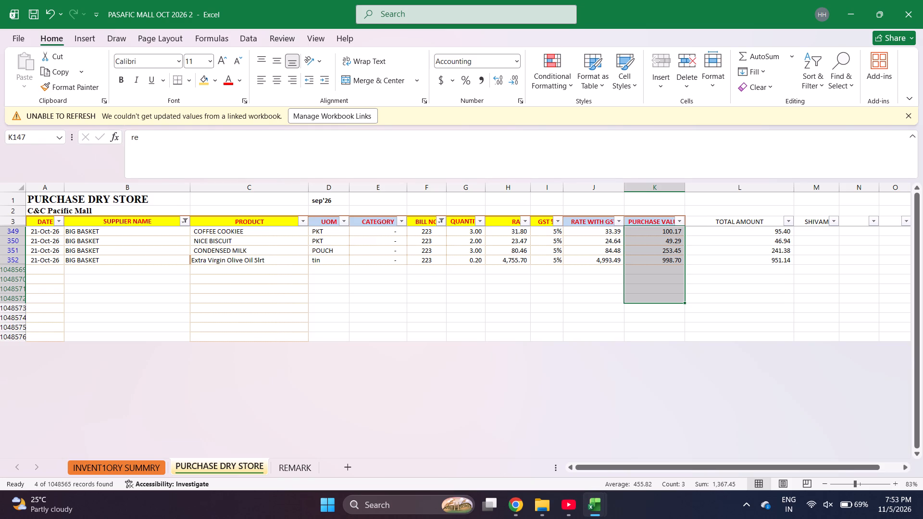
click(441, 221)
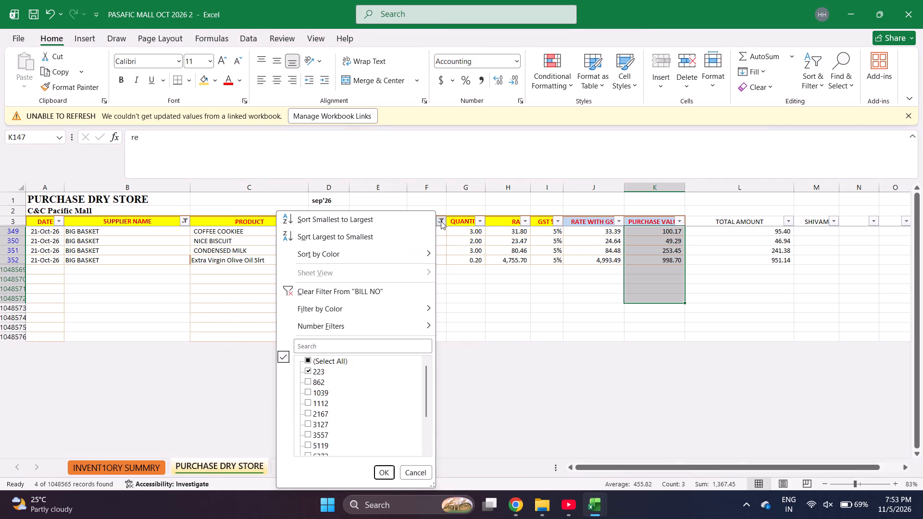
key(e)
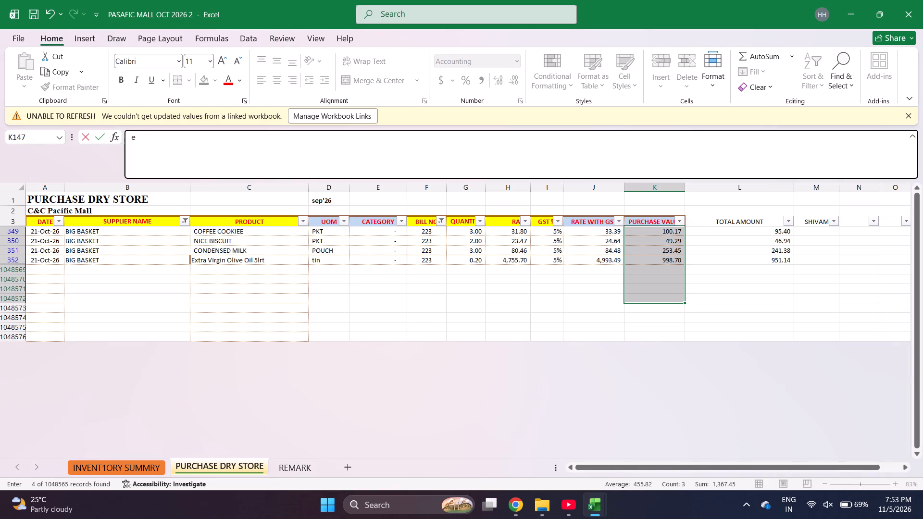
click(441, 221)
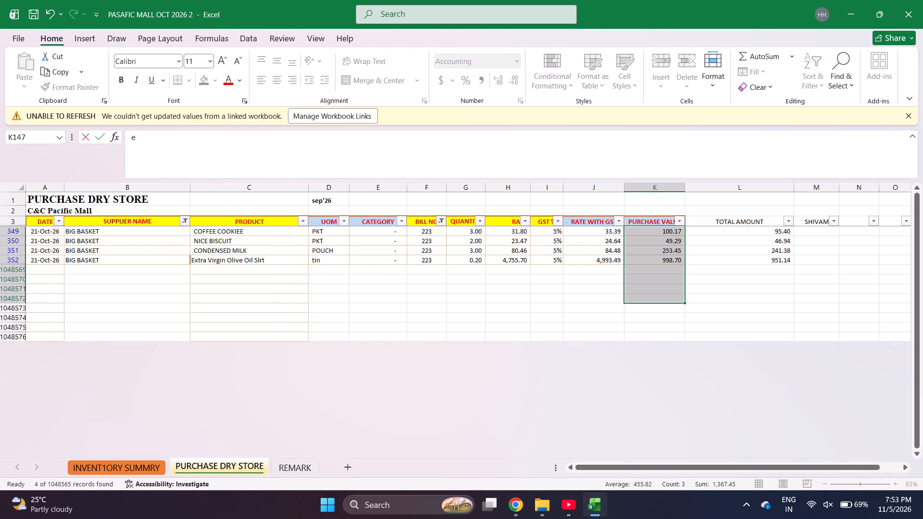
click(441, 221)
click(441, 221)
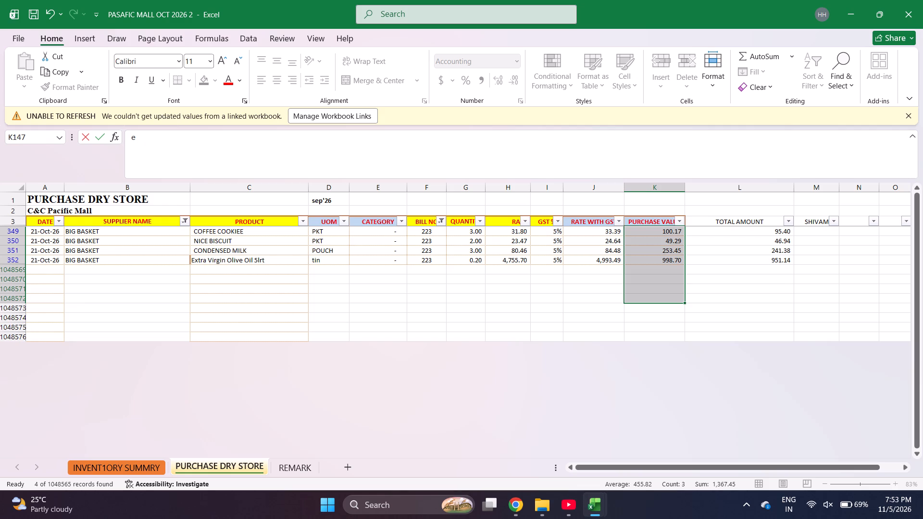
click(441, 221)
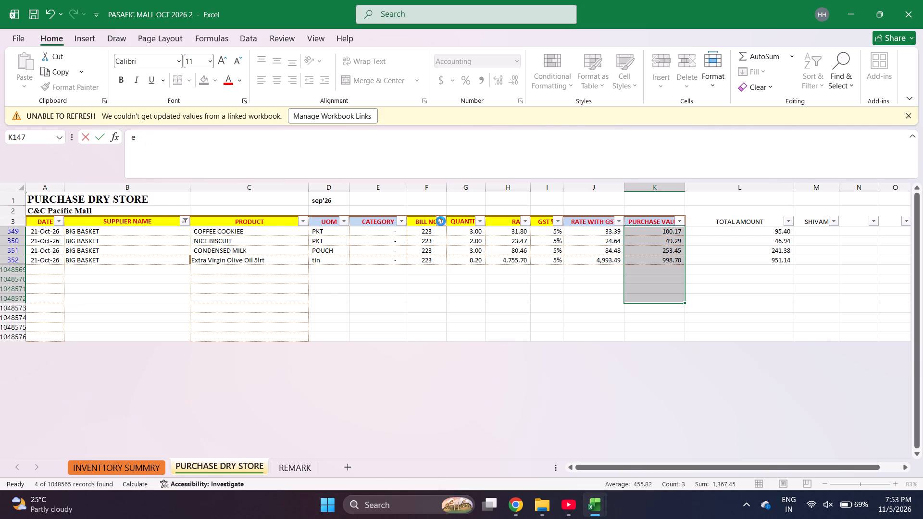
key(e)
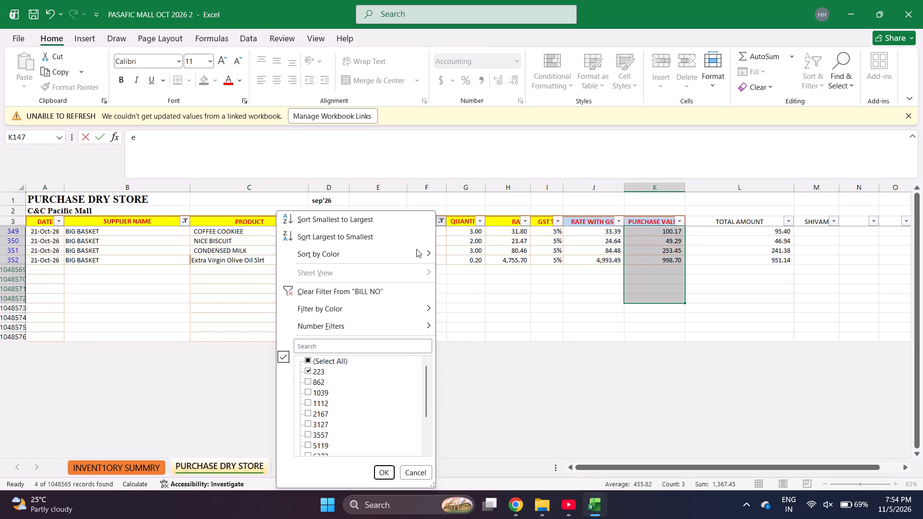
Filter the BILL NO column to show only bill 1039.
click(441, 217)
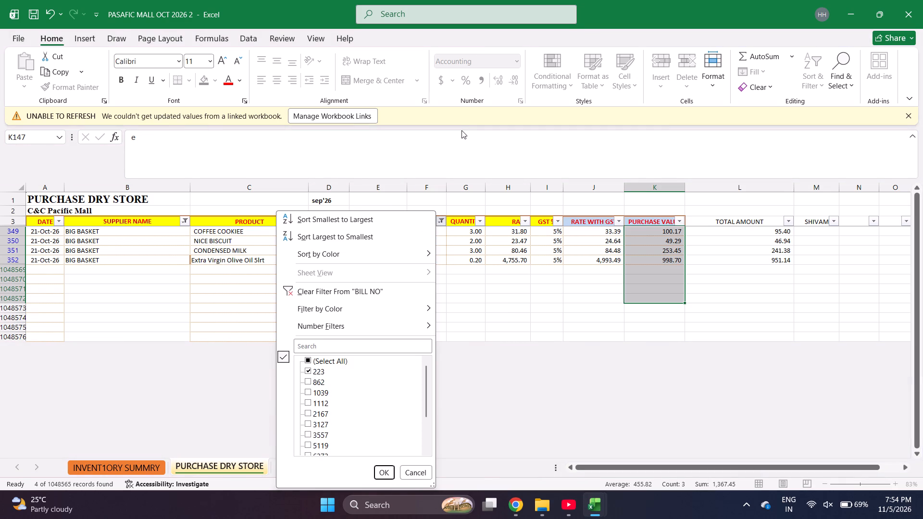
text(1039)
click(364, 342)
text(1039)
key(Return)
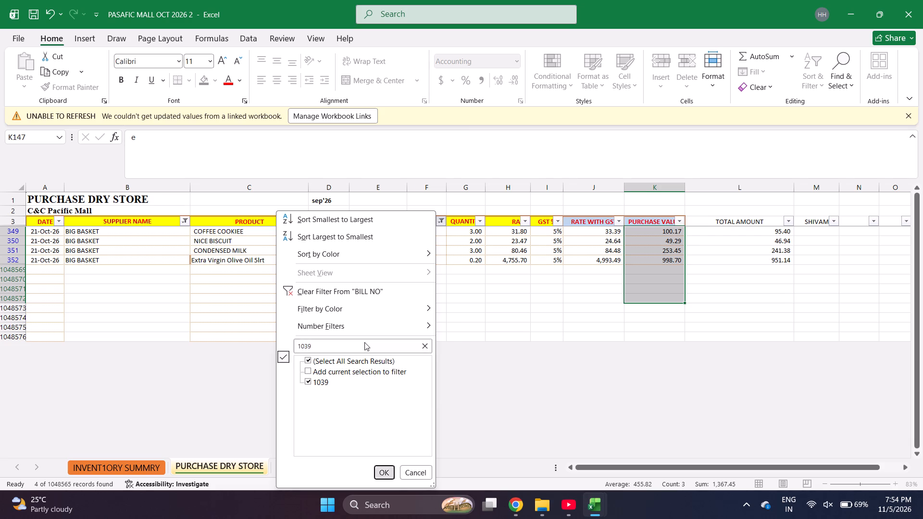
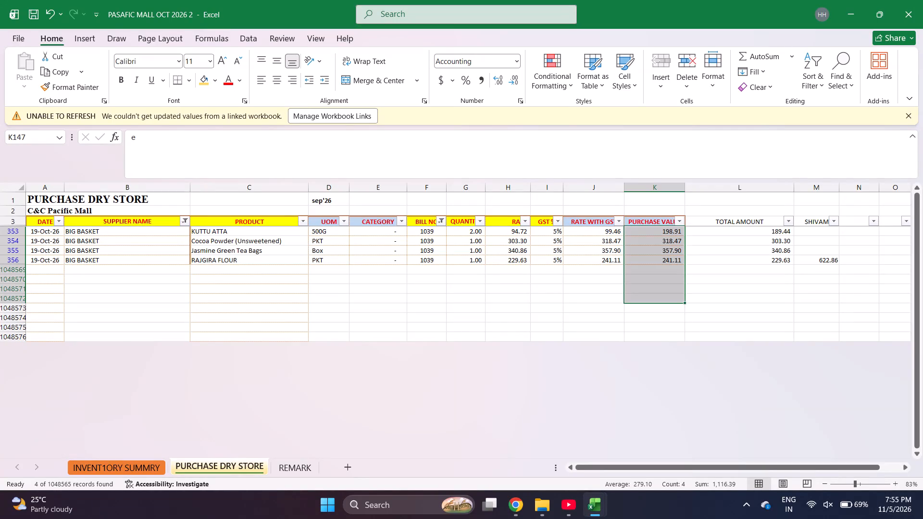
Filter the BILL NO column to show only bill 5119 to check its purchase values.
click(440, 220)
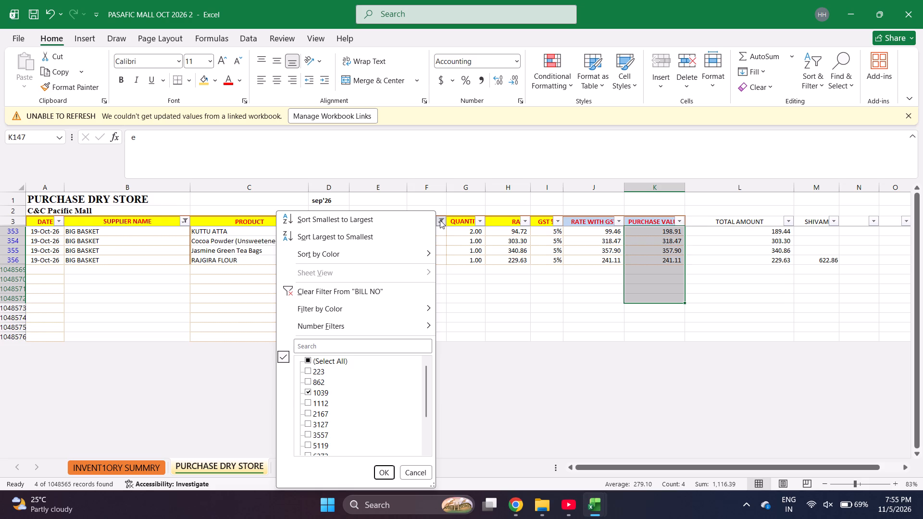
key(e)
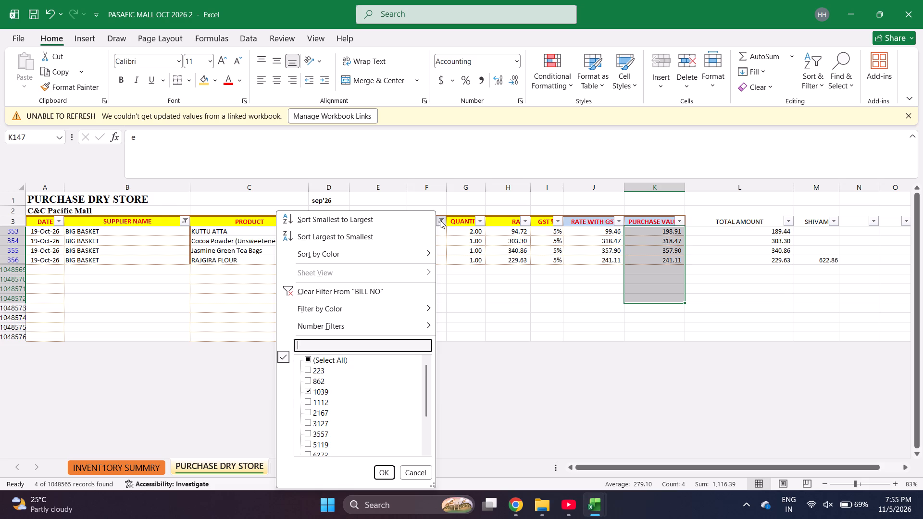
text(5119)
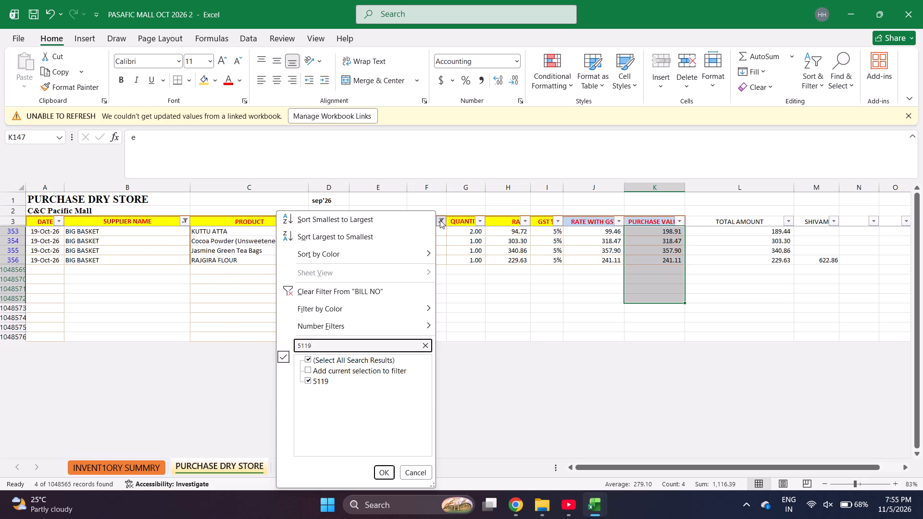
key(Return)
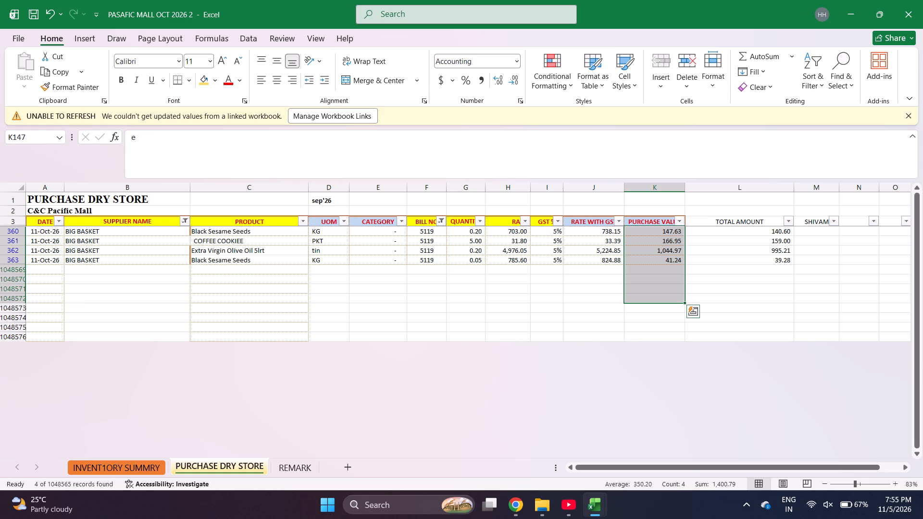
Filter the BILL NO column to show only bill 862 to check its purchase values.
click(441, 222)
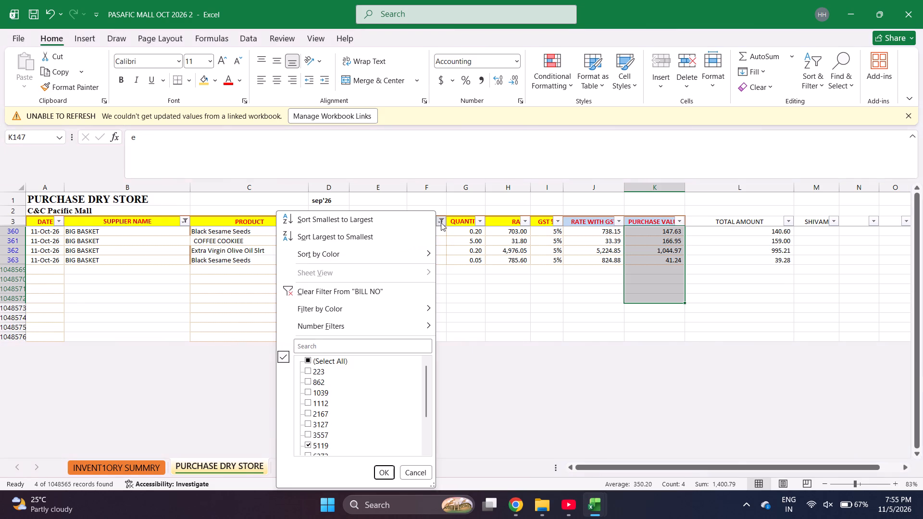
key(e)
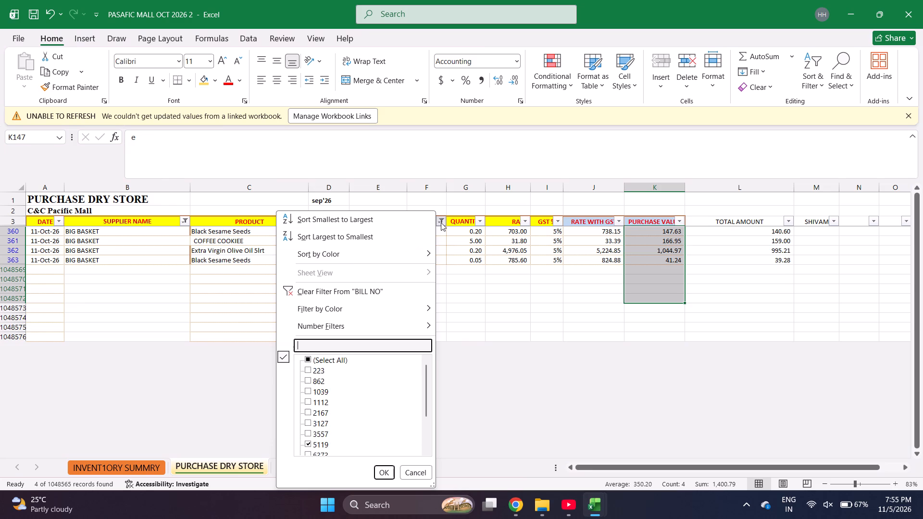
text(862)
key(Return)
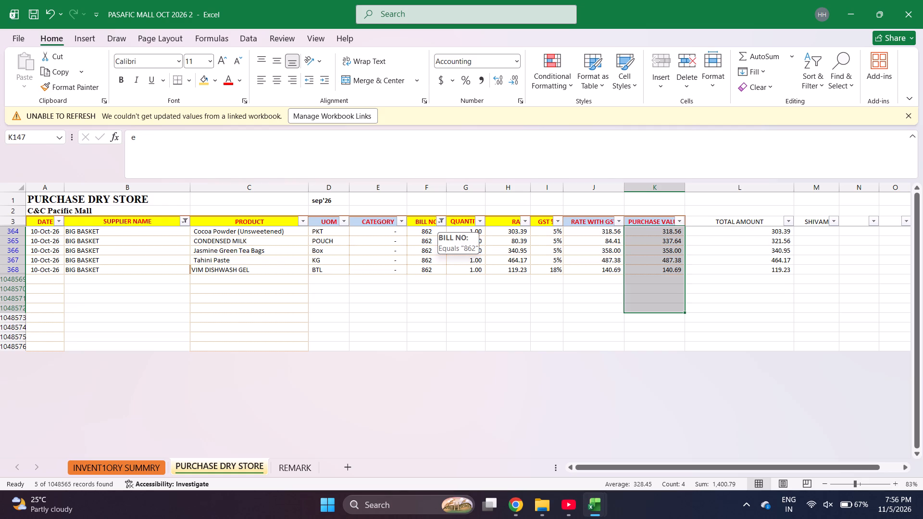
Filter the BILL NO column to show only bill 3557 to check its purchase values.
click(441, 222)
key(e)
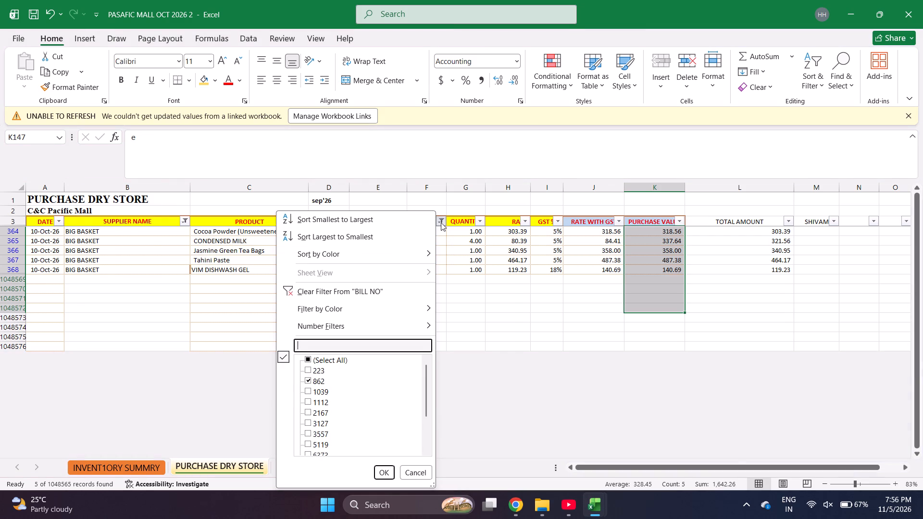
key(3)
text(557)
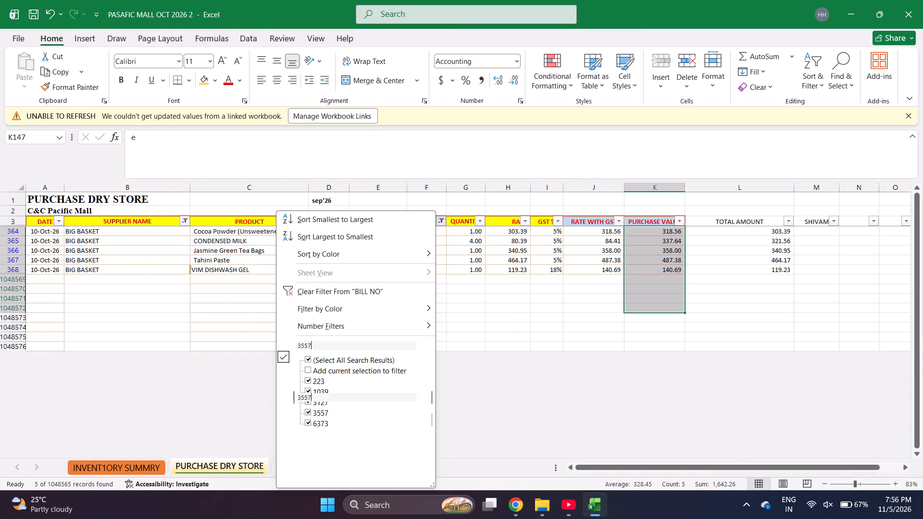
key(Return)
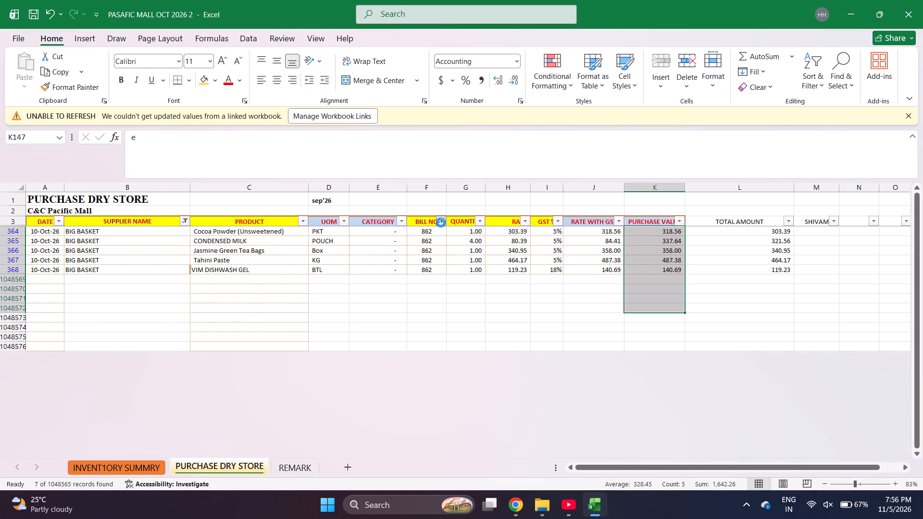
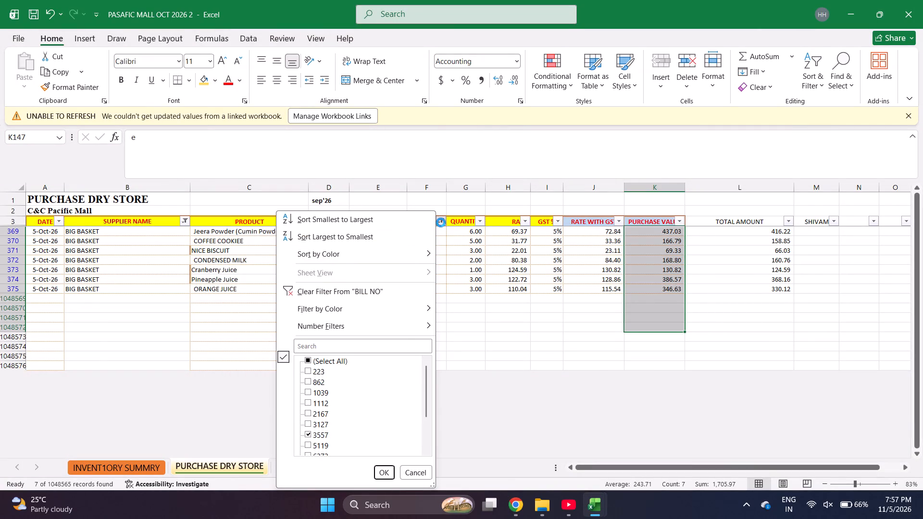
Filter the BILL NO column to show only bill 1112 to check its purchase values.
text(1112)
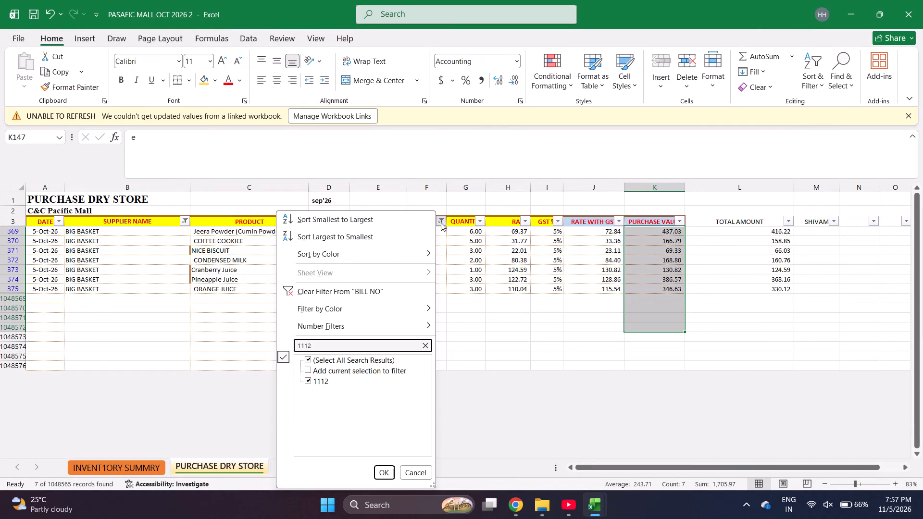
key(Return)
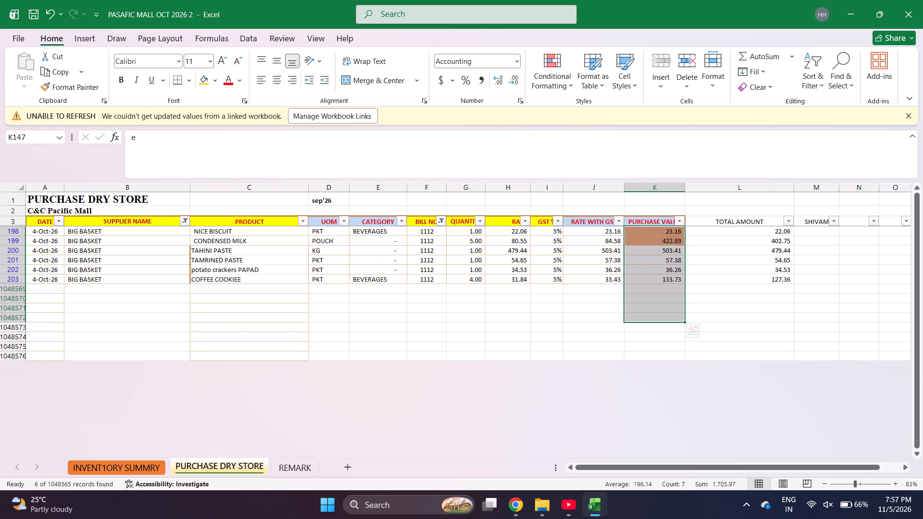
Filter the BILL NO column to show only bill 8004 and check its purchase value cells.
click(442, 221)
key(e)
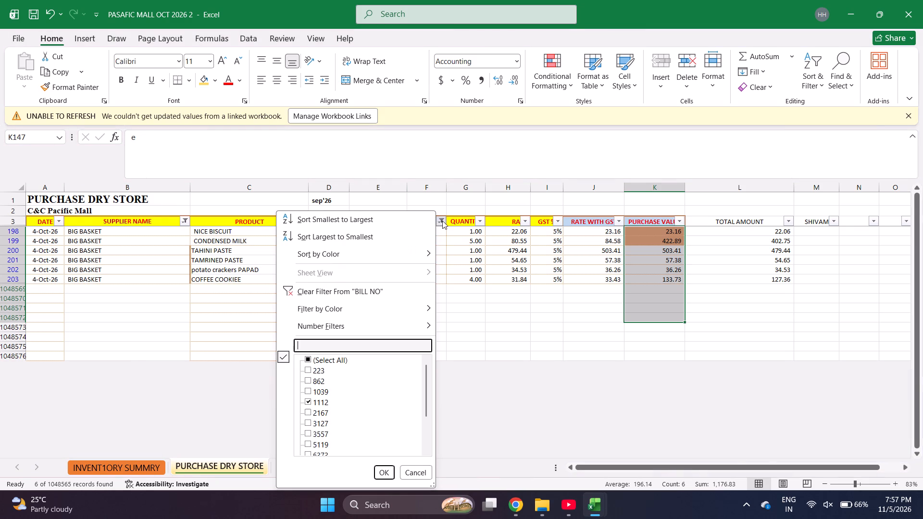
text(8004)
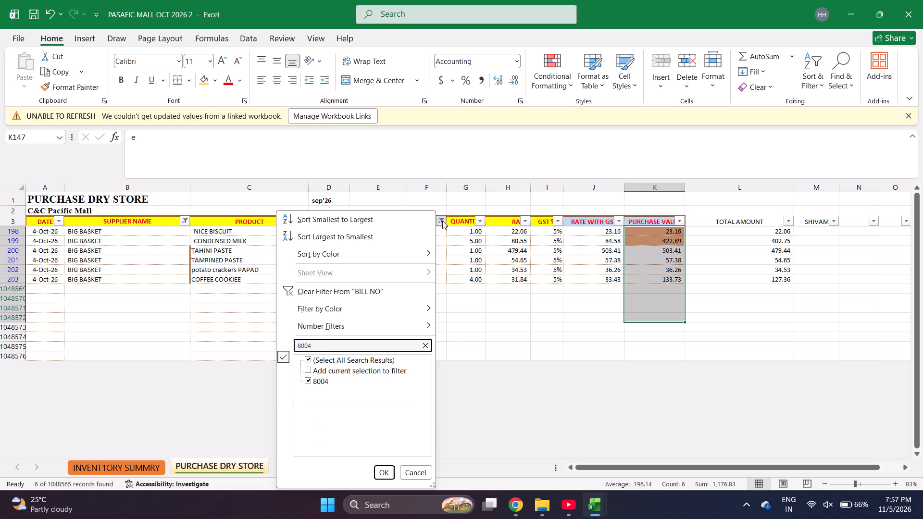
key(Return)
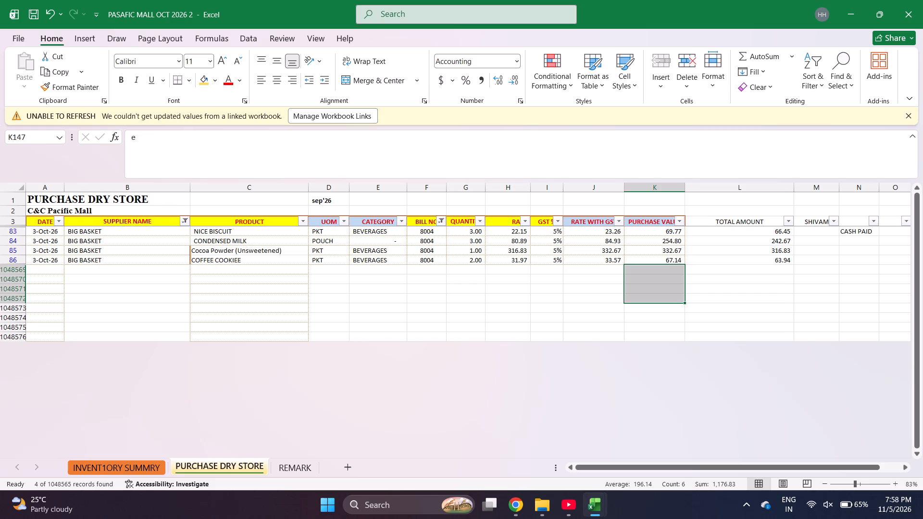
key(Up)
key(Up)
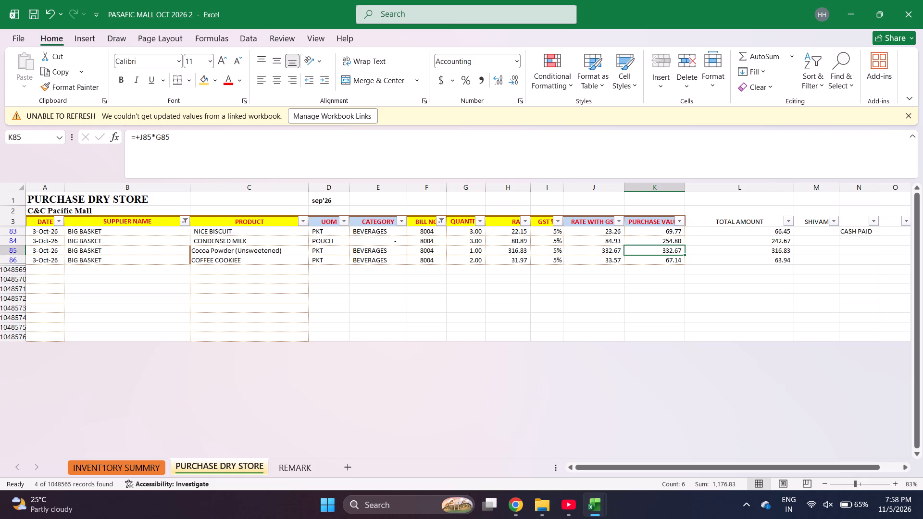
click(655, 236)
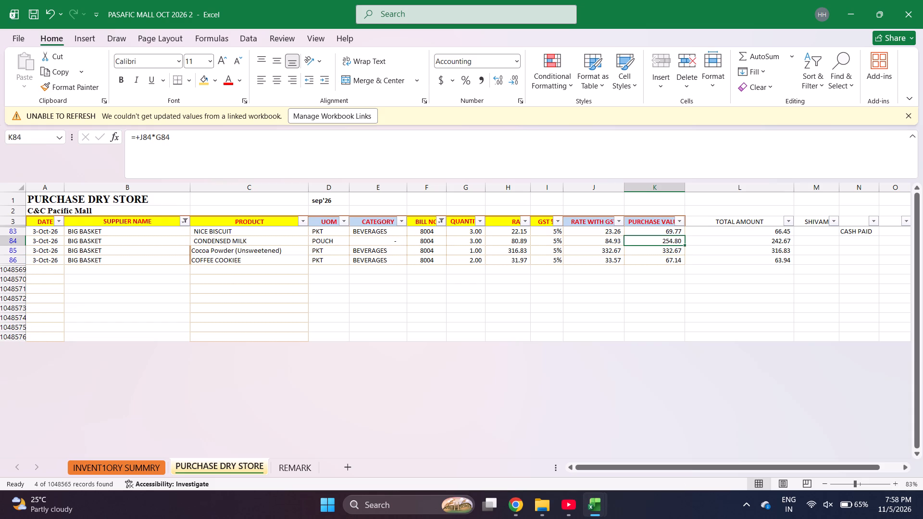
Filter the BILL NO column to show only bill 6852 to check its purchase values.
click(442, 221)
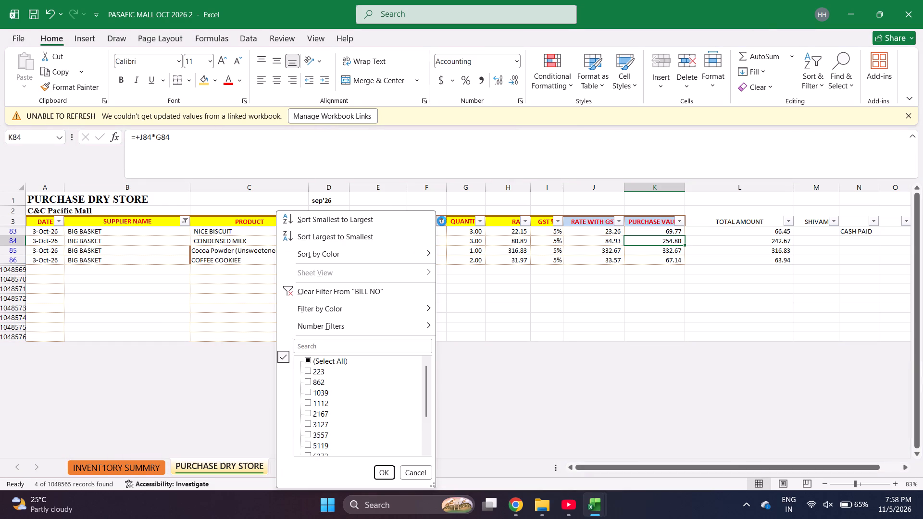
key(e)
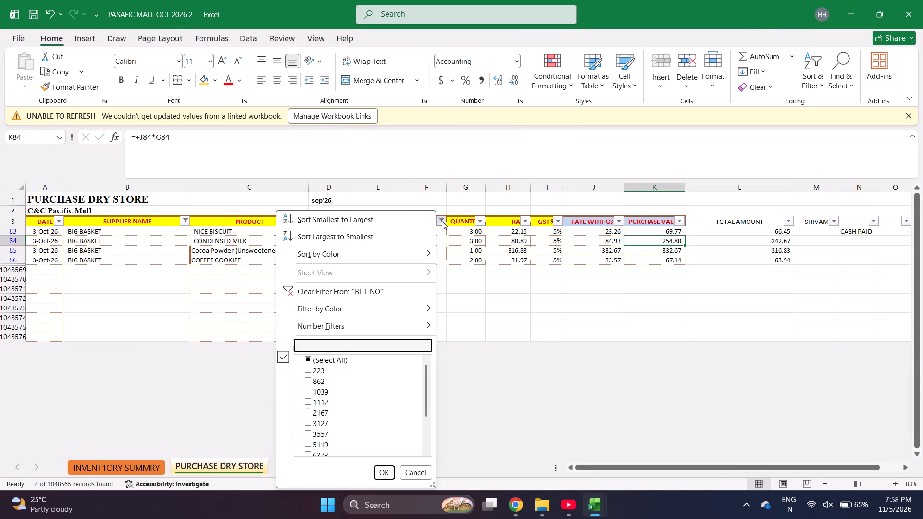
text(6852)
key(Return)
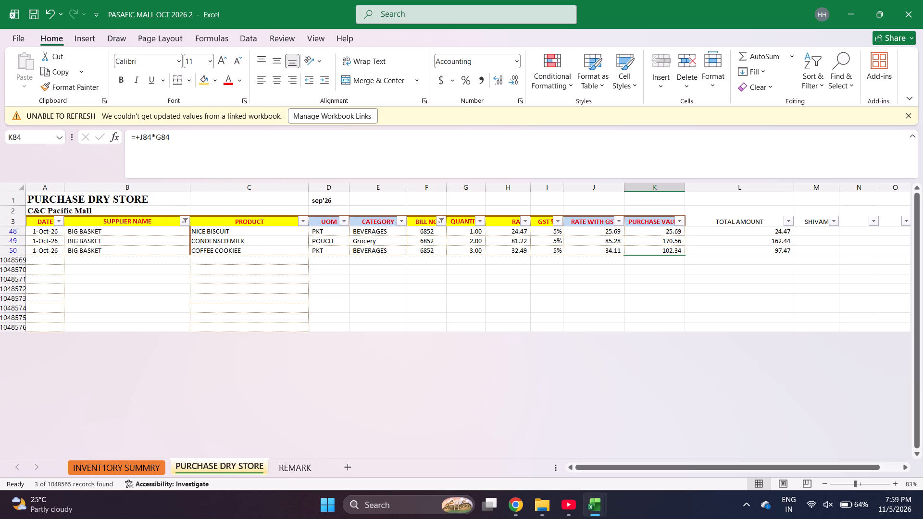
Reselect all bill numbers in the BILL NO filter and look through the full list of bills.
click(441, 221)
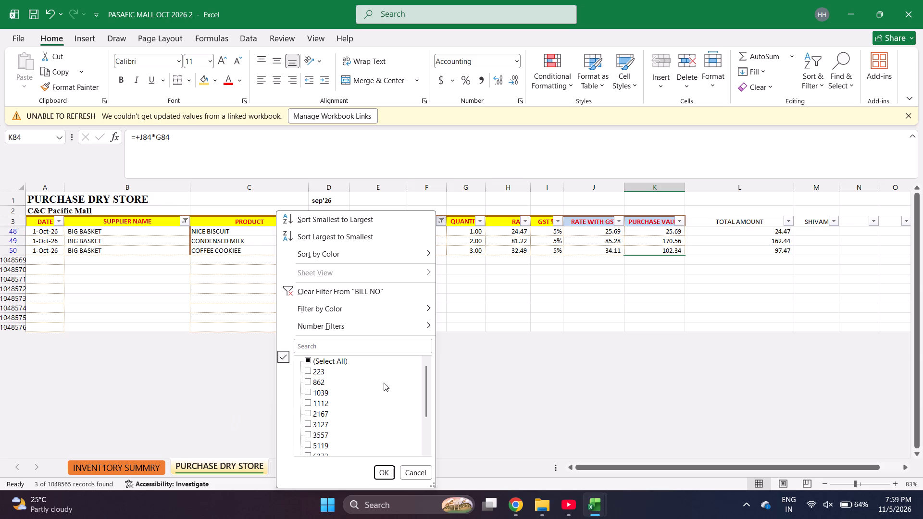
click(333, 356)
scroll(334, 430, down, 1)
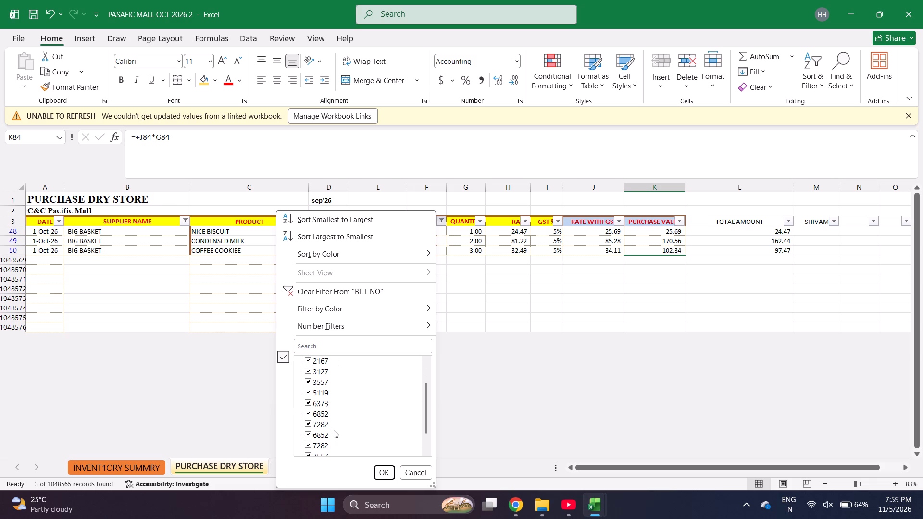
scroll(334, 430, down, 1)
scroll(321, 362, up, 2)
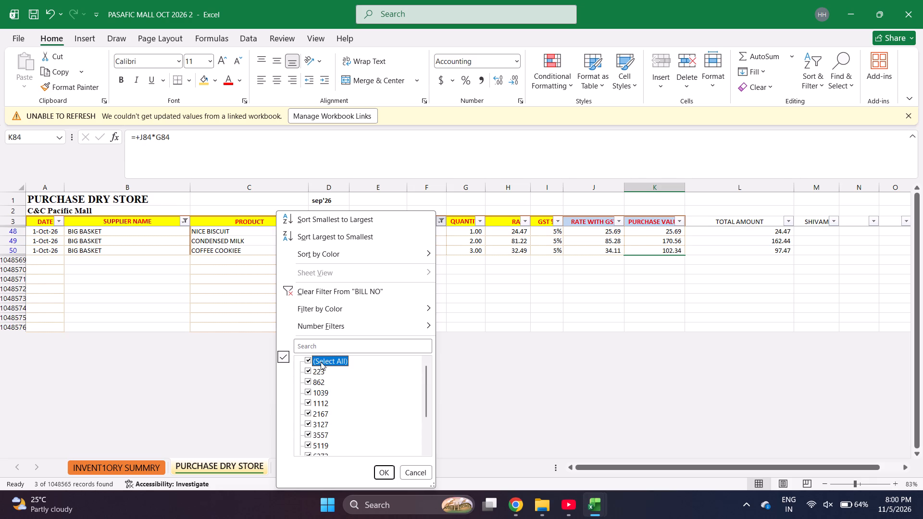
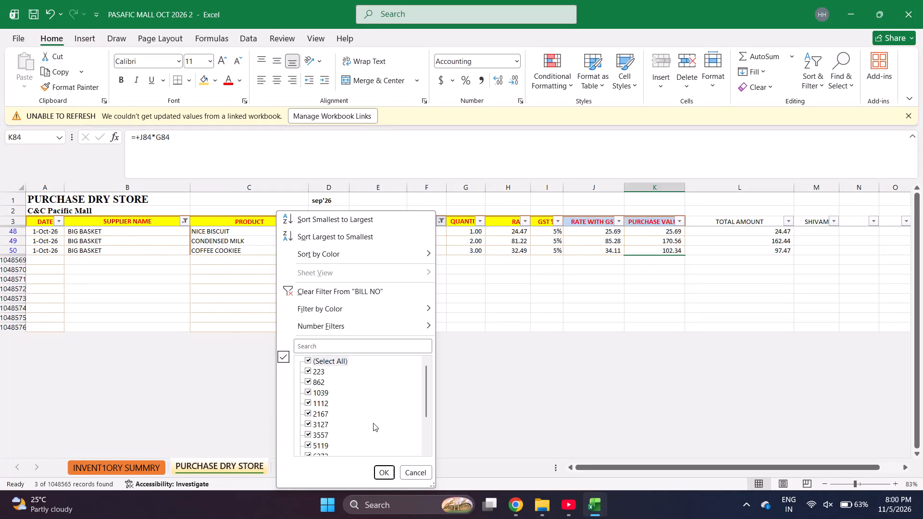
Apply the BILL NO filter with all bill numbers selected to list every BIG BASKET purchase row.
scroll(372, 421, down, 2)
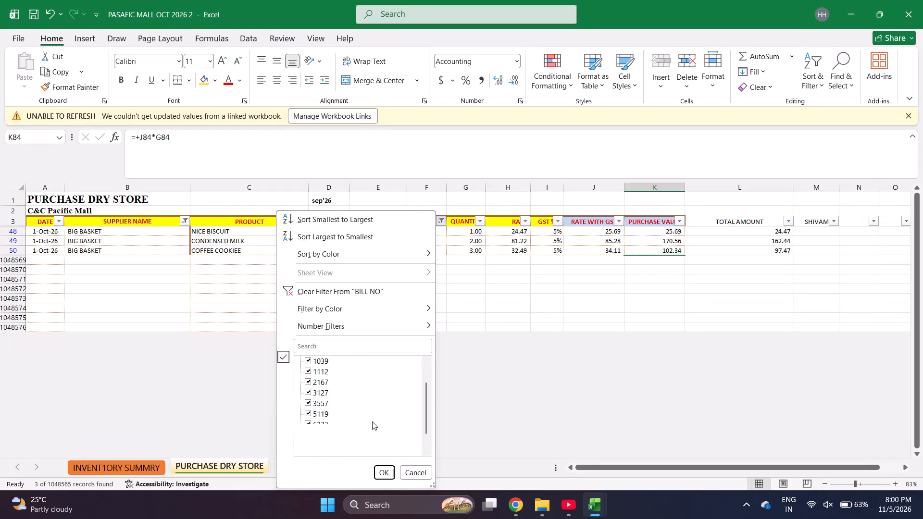
scroll(372, 421, up, 4)
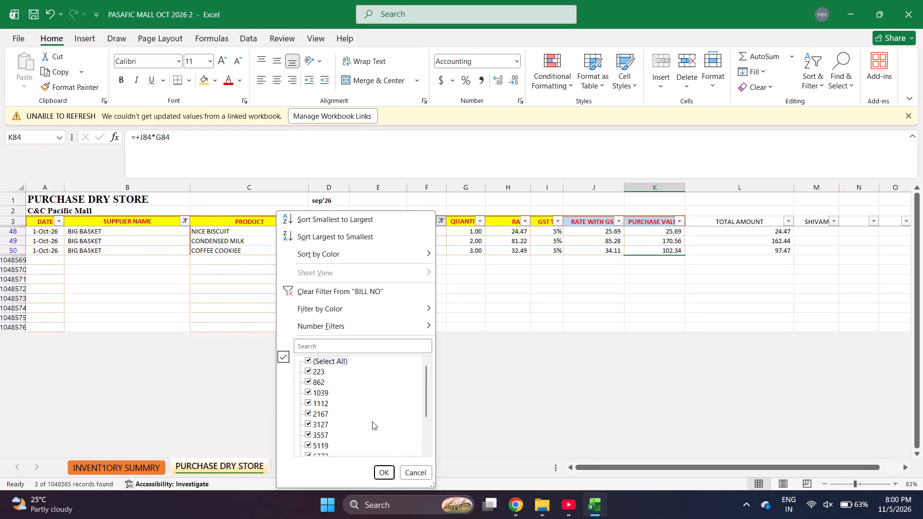
scroll(372, 421, up, 3)
click(389, 471)
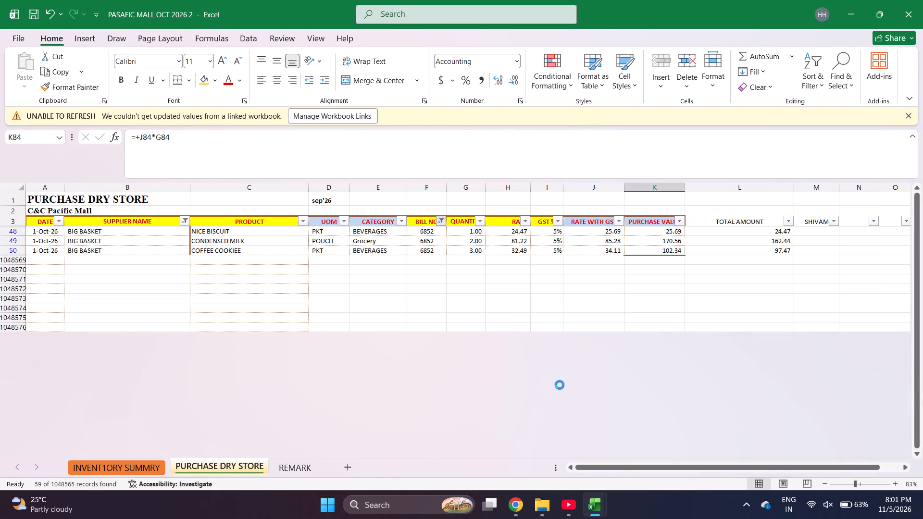
scroll(560, 383, up, 3)
scroll(560, 383, down, 1)
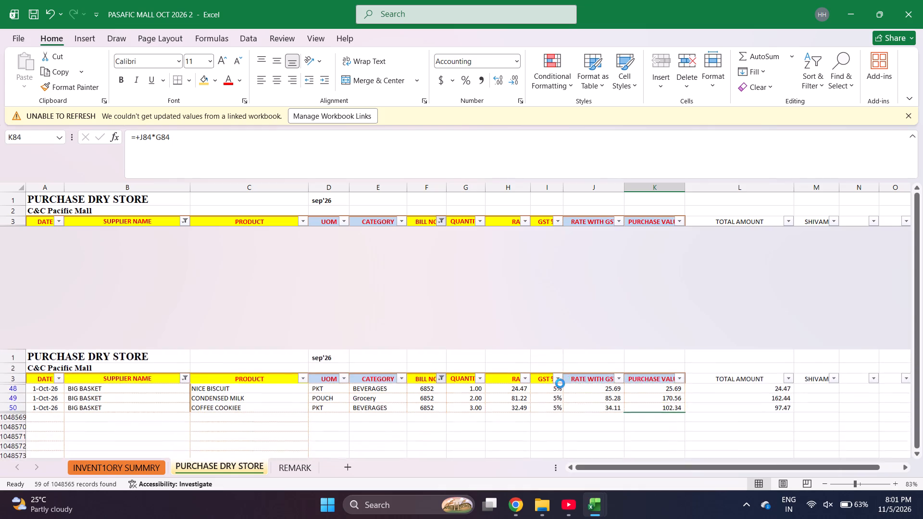